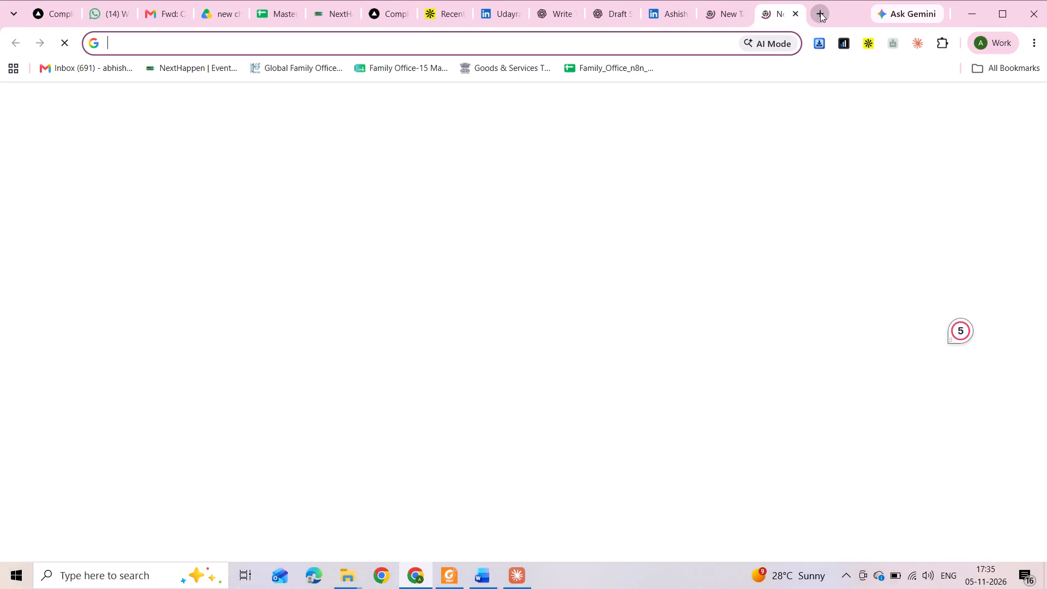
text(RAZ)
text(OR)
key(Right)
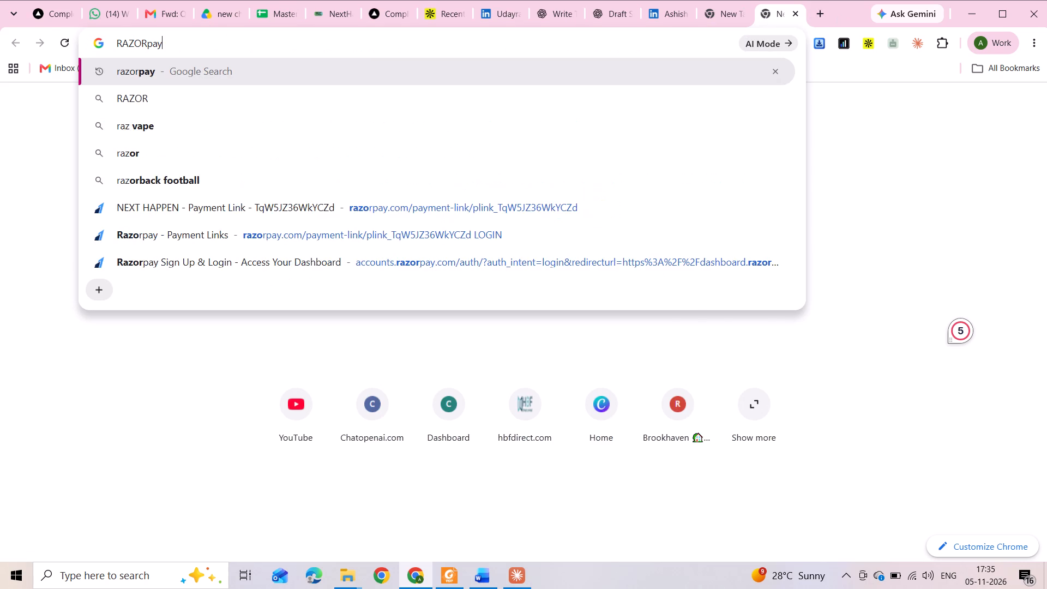
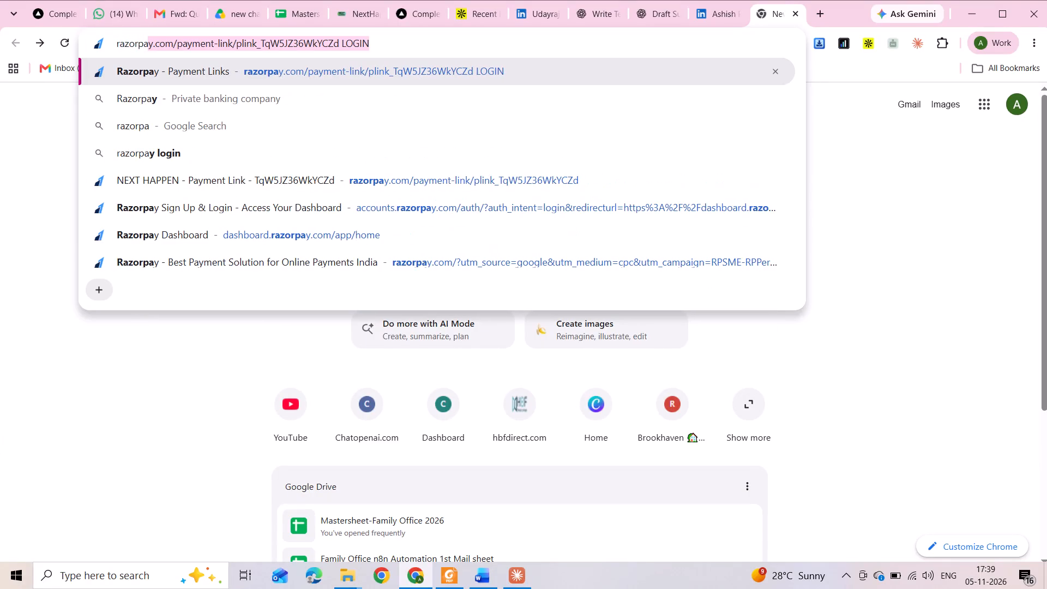
Enter "razorpay" as the web address query in the new browser tab.
key(y)
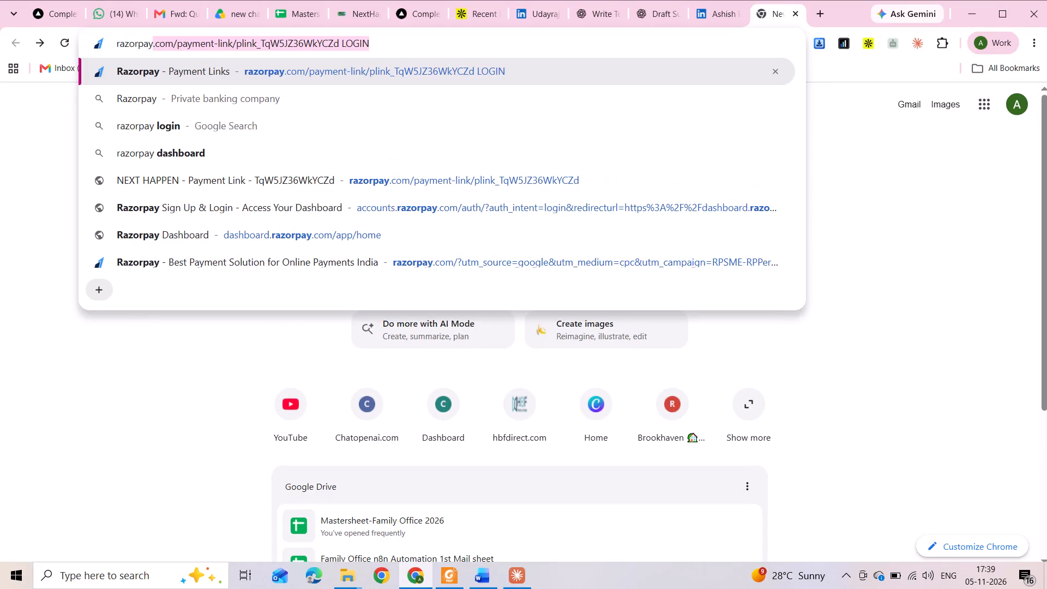
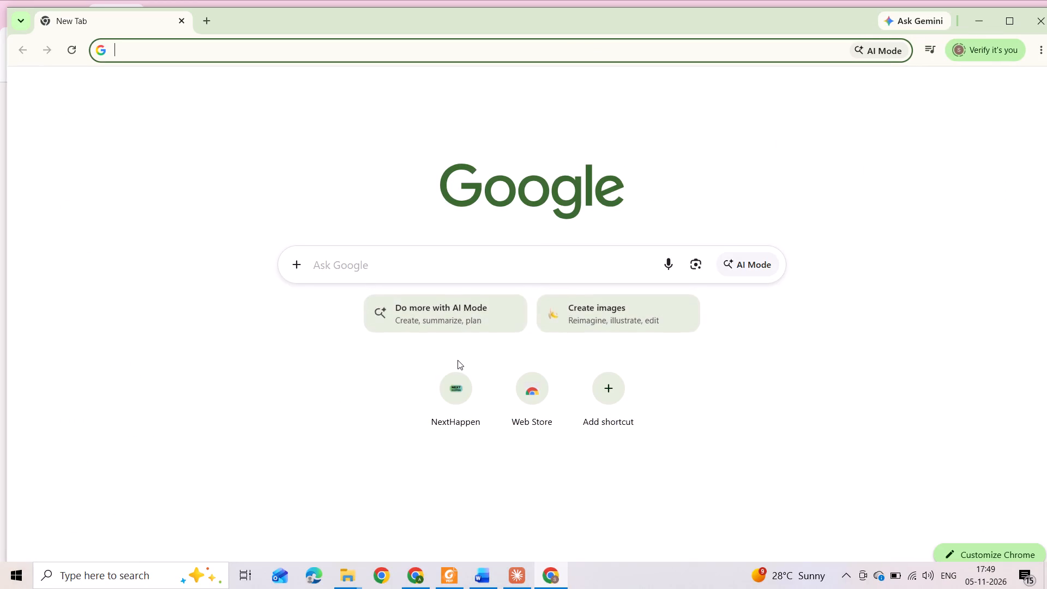
Enter the suggested NextHappen event address nexthappen.com/event/54?coupon=SPECIAL10 in the new browser tab.
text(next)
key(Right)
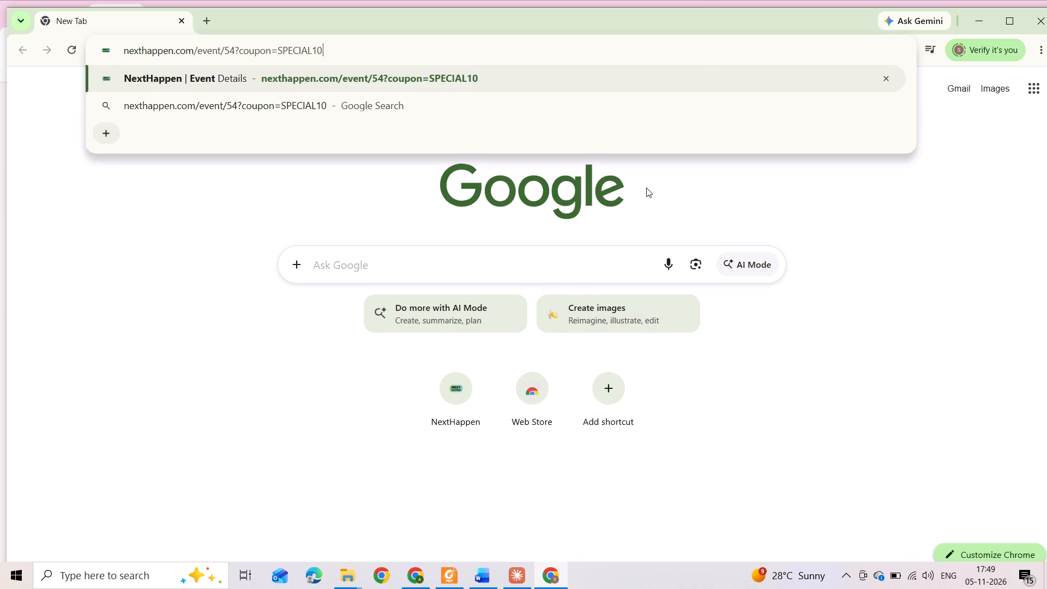
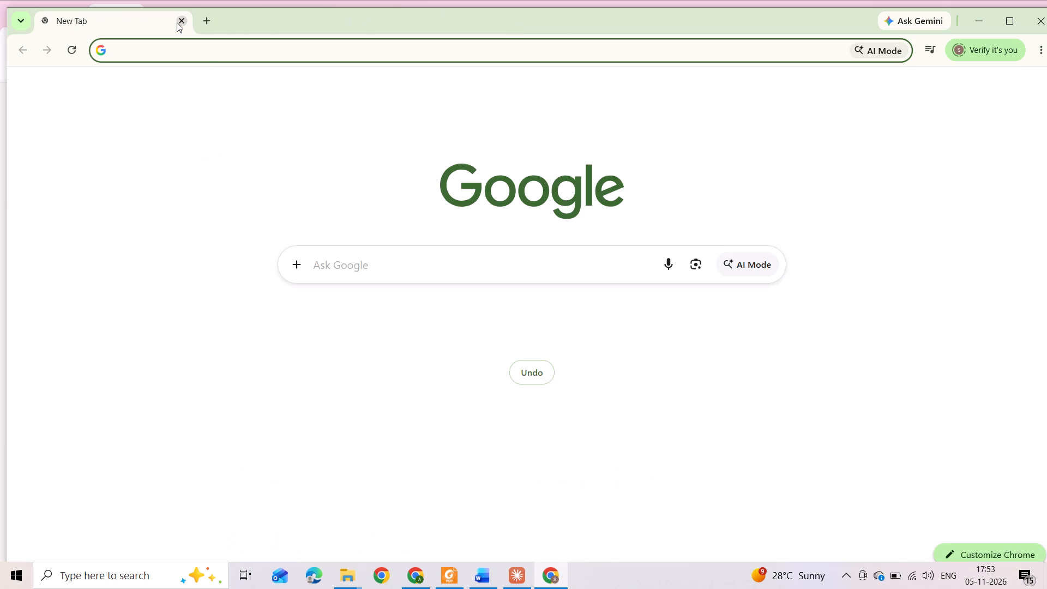
Open the nexthappen.com event 54 page with the SPECIAL10 coupon.
text(ne)
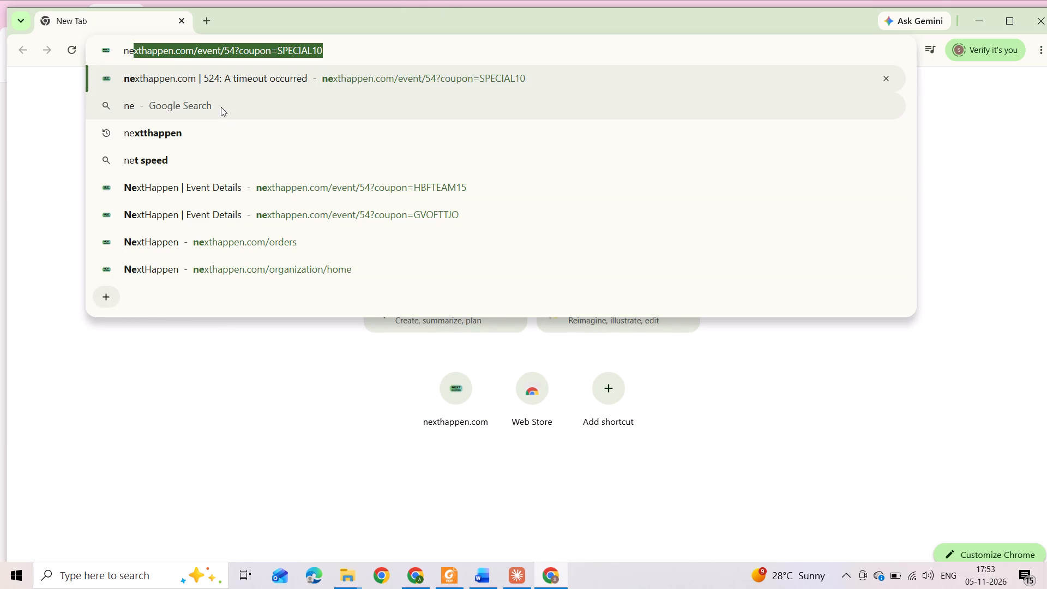
key(Right)
key(Return)
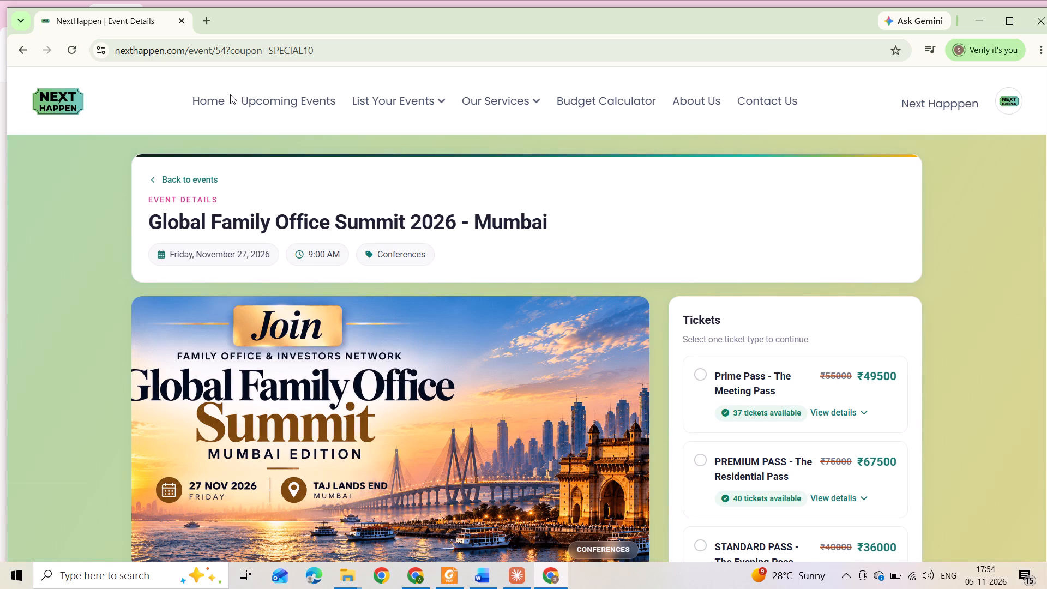
Go to the organiser dashboard through the Next Happpen account and open its Orders list.
double_click(929, 103)
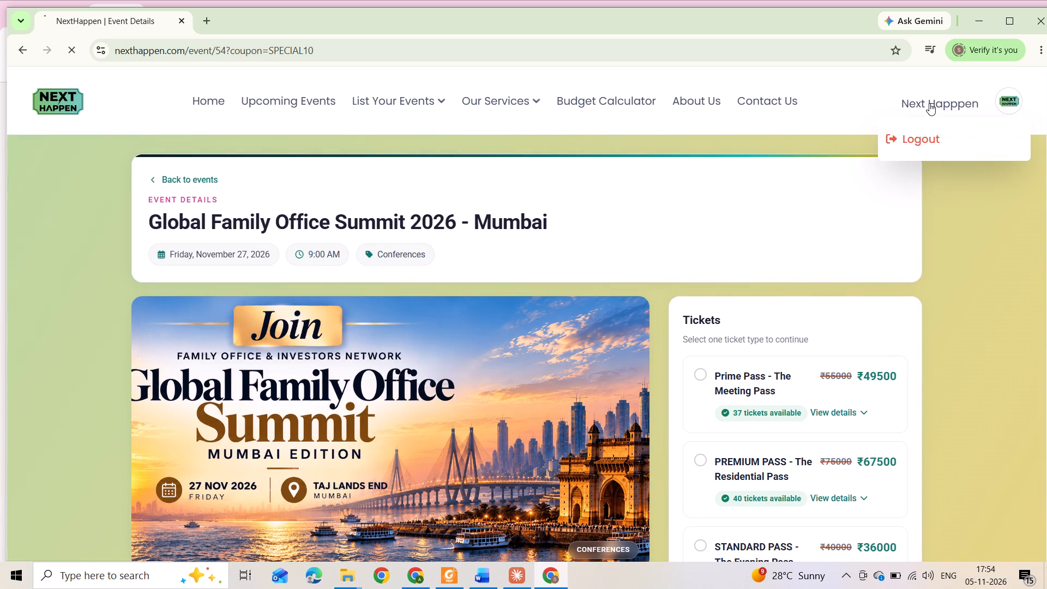
click(929, 103)
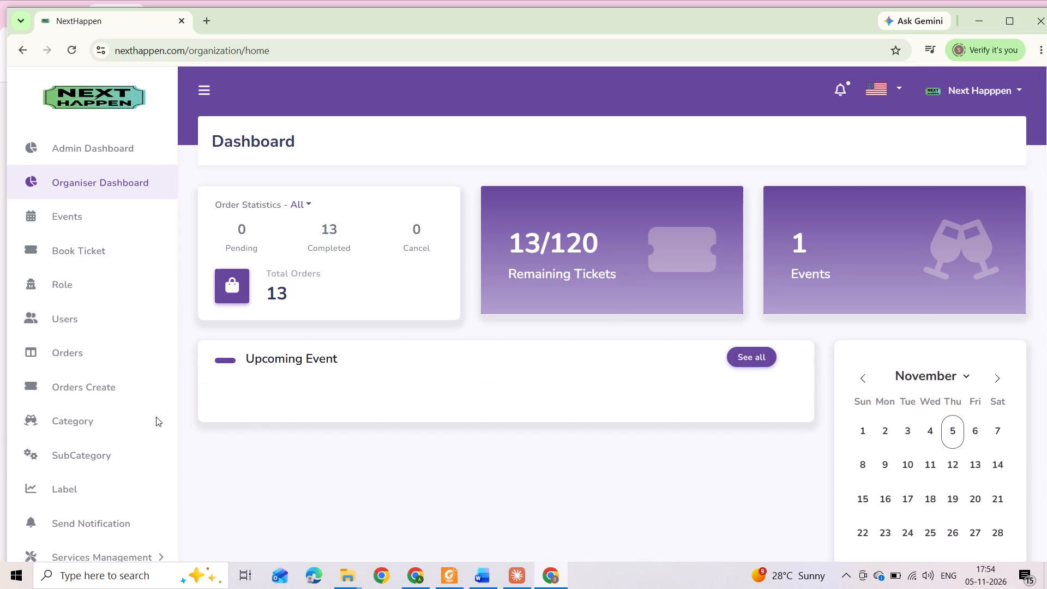
click(71, 348)
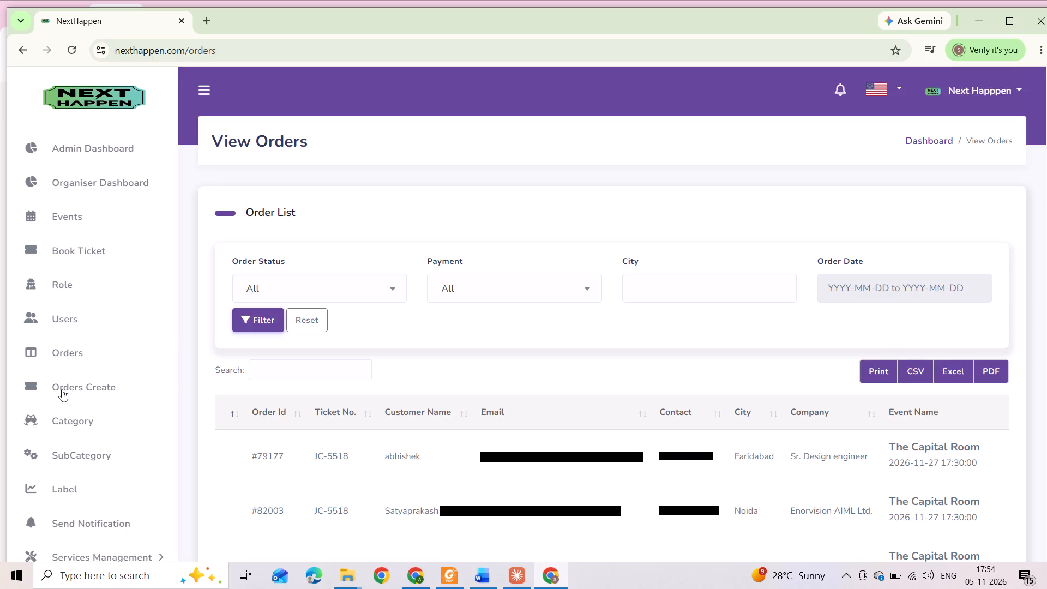
Look through the first page of the order list and go on to page 2.
scroll(55, 402, down, 2)
scroll(511, 400, down, 4)
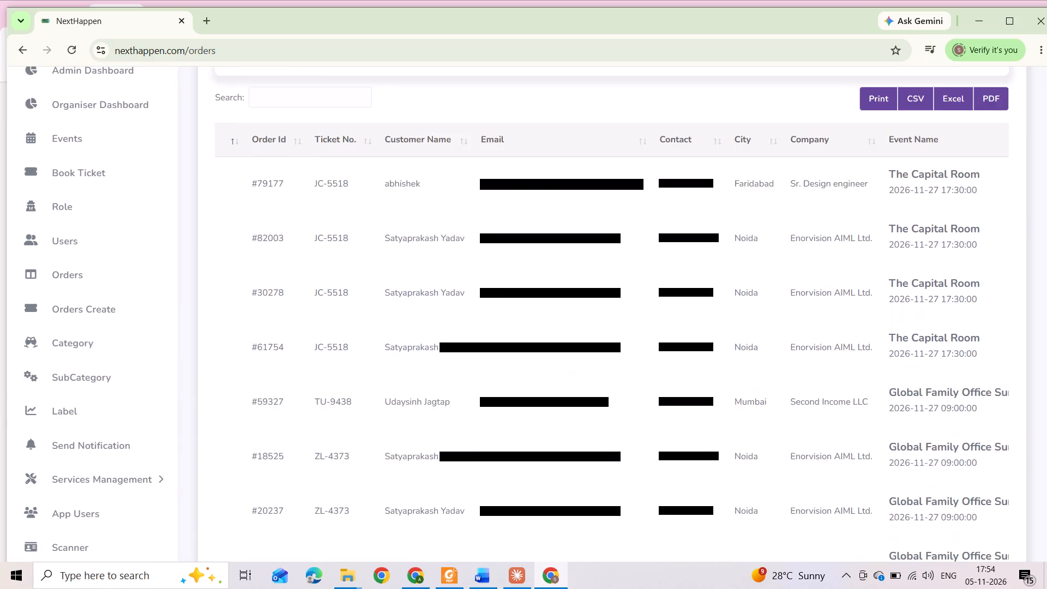
scroll(526, 419, down, 5)
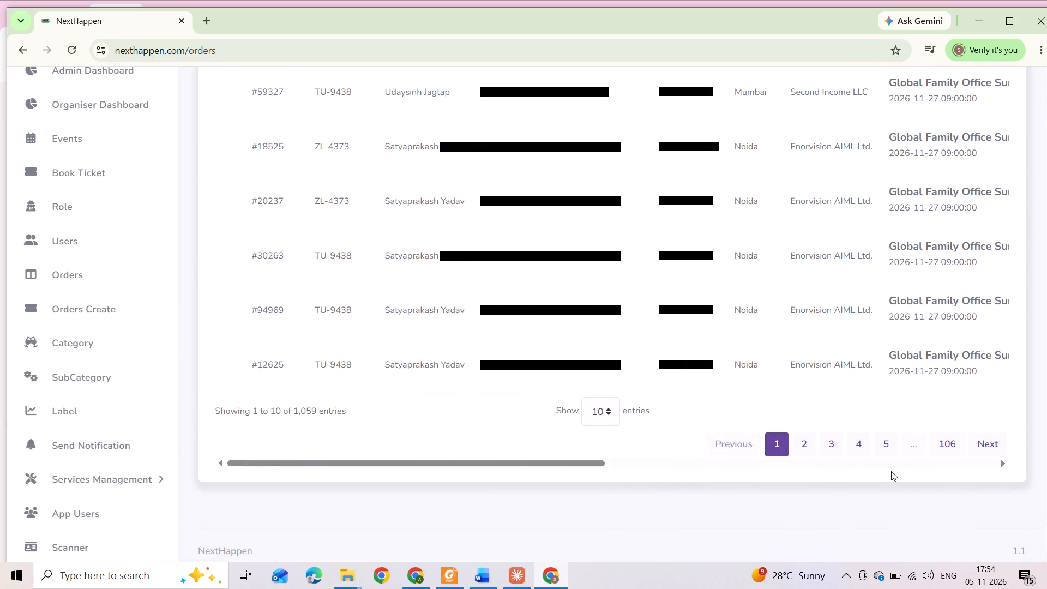
double_click(805, 442)
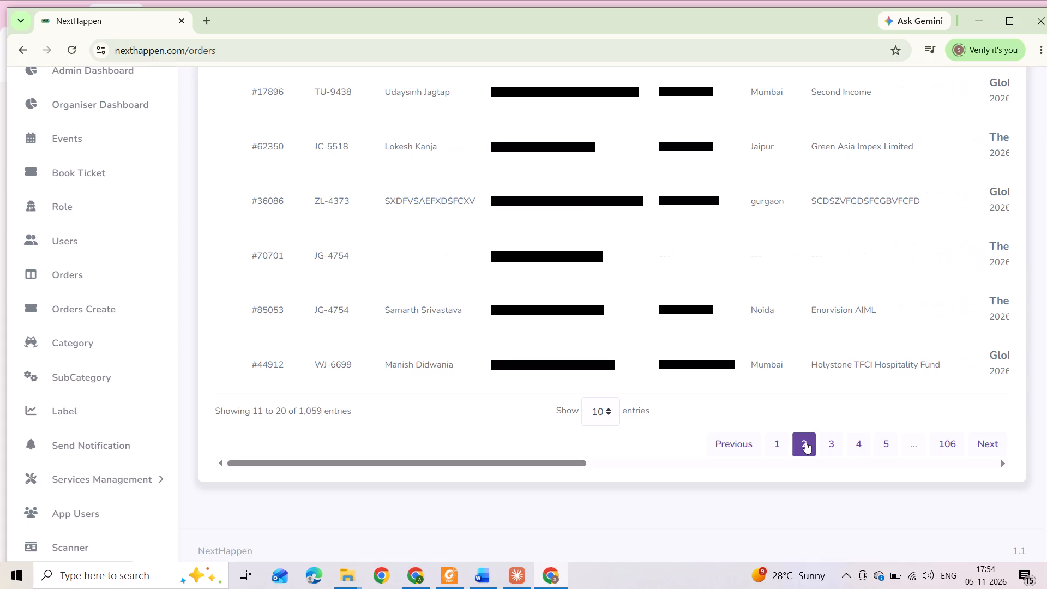
Review the upper entries on page 2 of the order list and close the NextHappen orders window.
scroll(787, 455, up, 4)
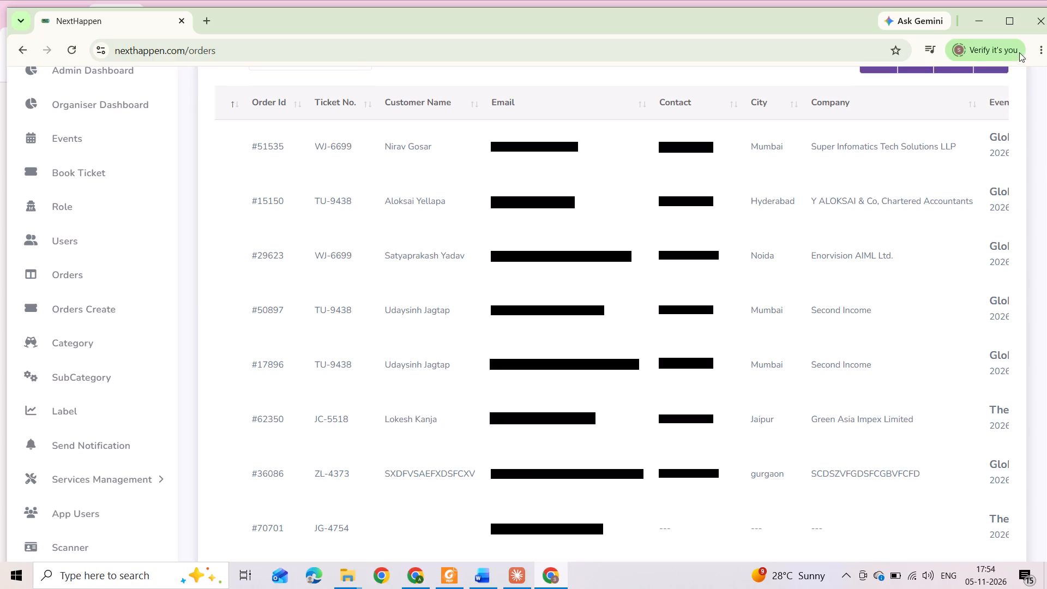